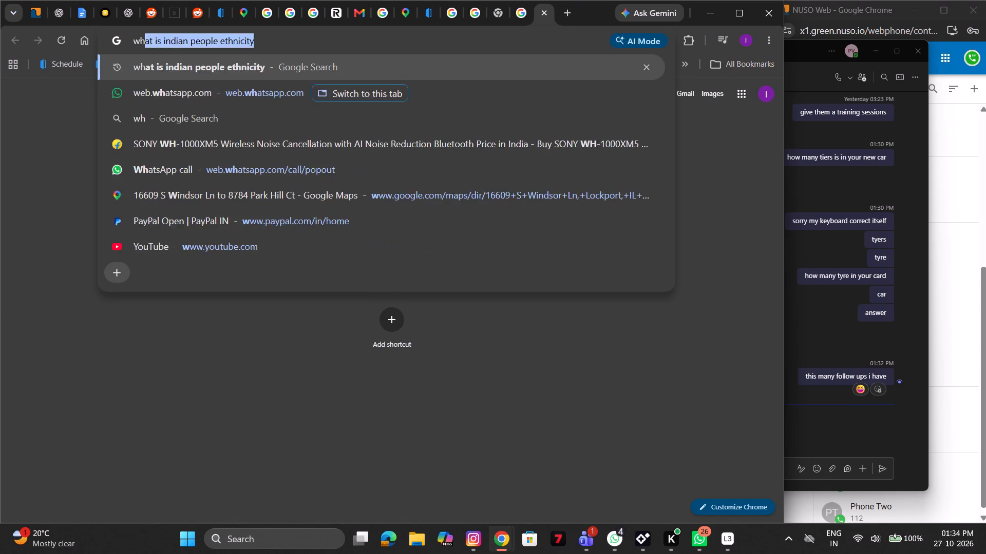
Search Google for "what segways means" and read the overview of the term's meaning.
type("t segwa")
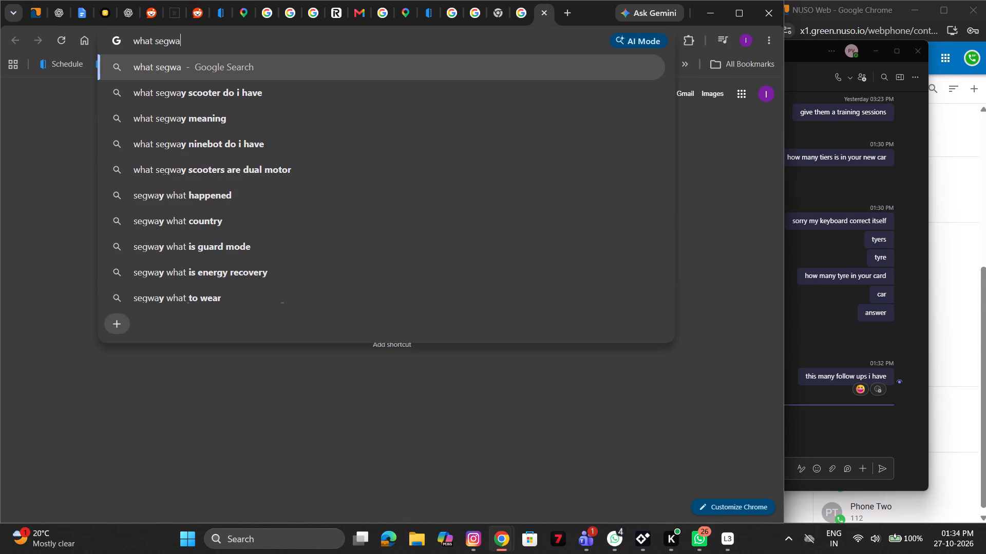
type("ys me")
key("BackSpace")
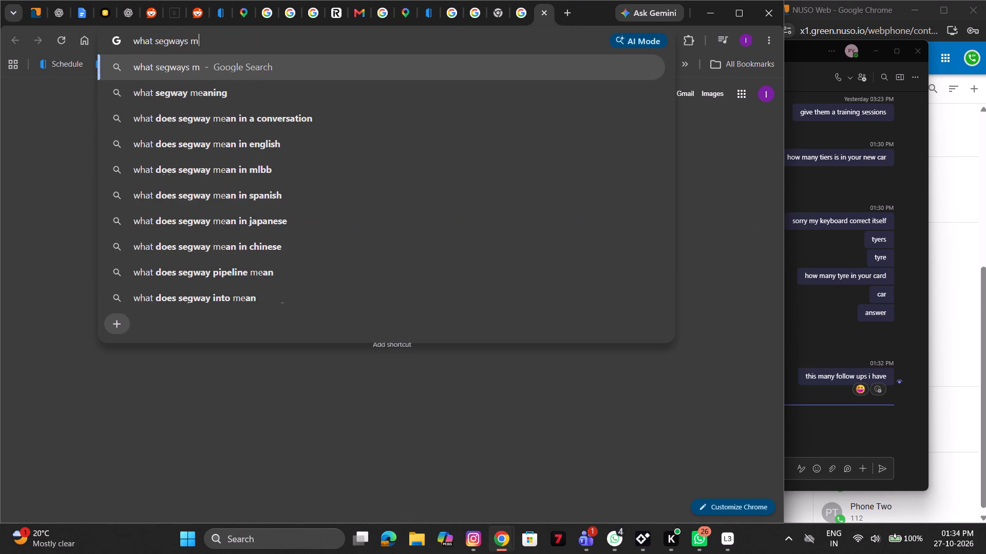
type("eans")
key("Return")
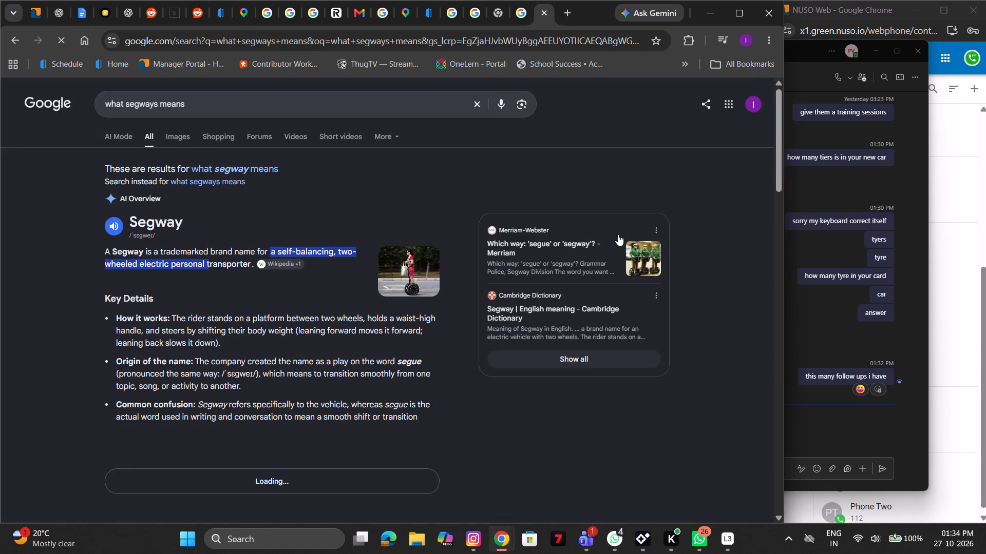
scroll(441, 414, "down", 1)
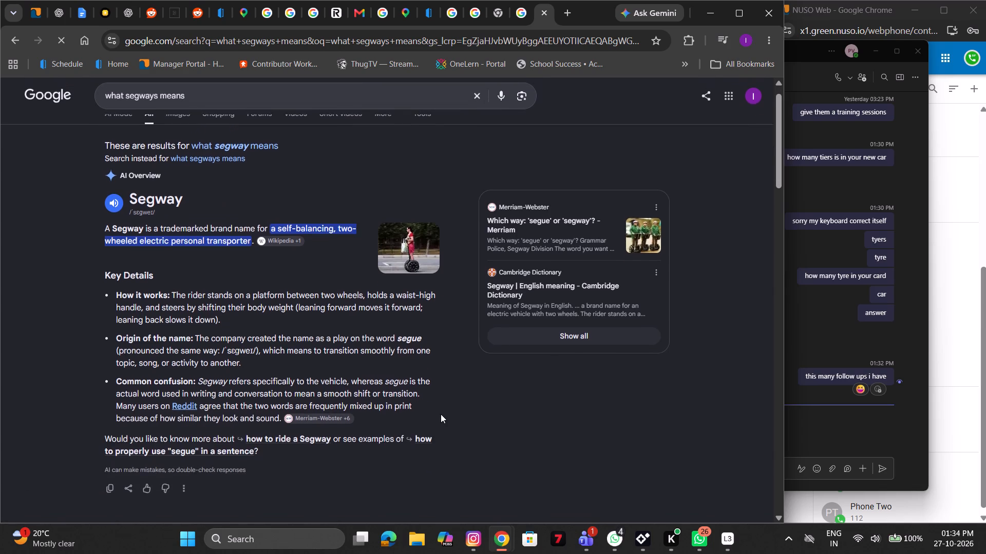
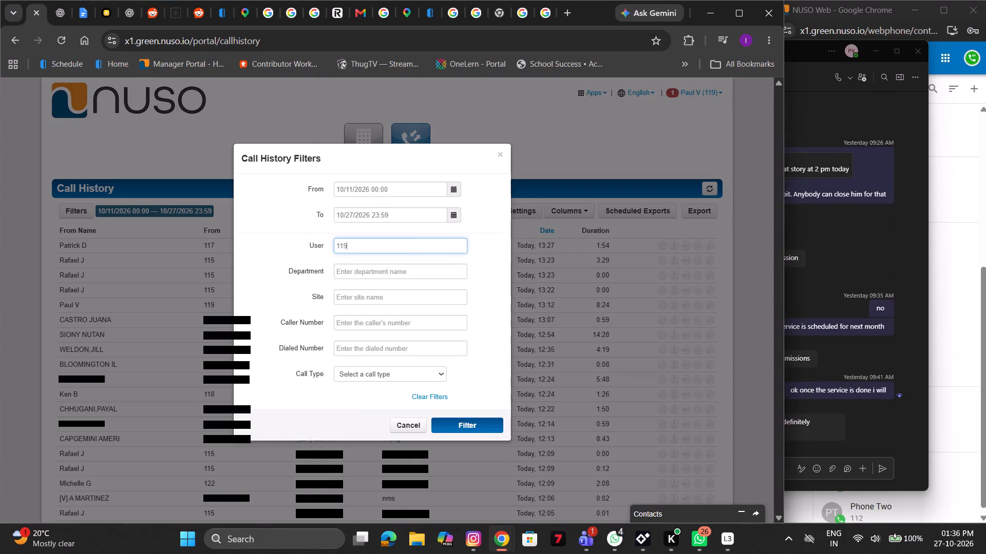
Apply the call history filter for user 119 from 10/11/2026 00:00 to 10/27/2026 23:59.
left_click(461, 421)
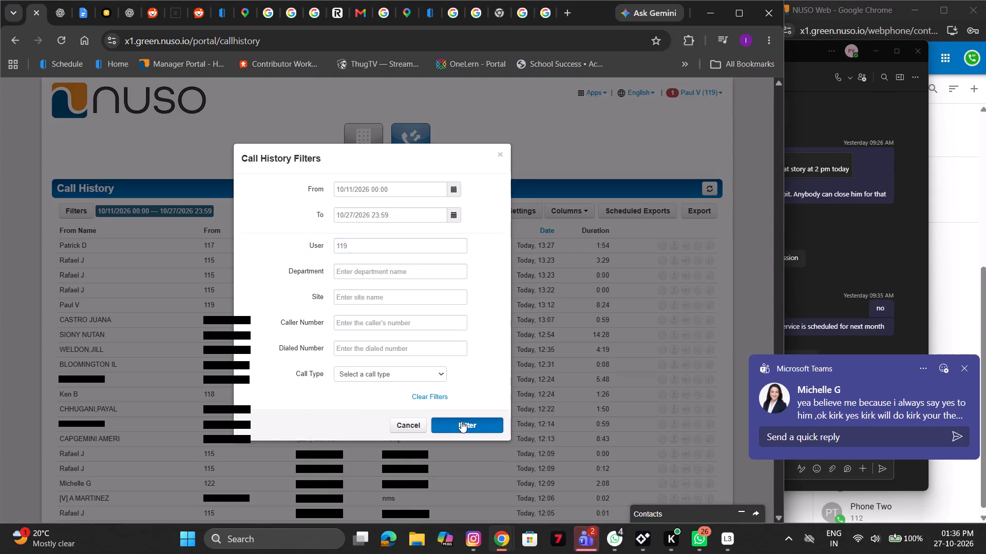
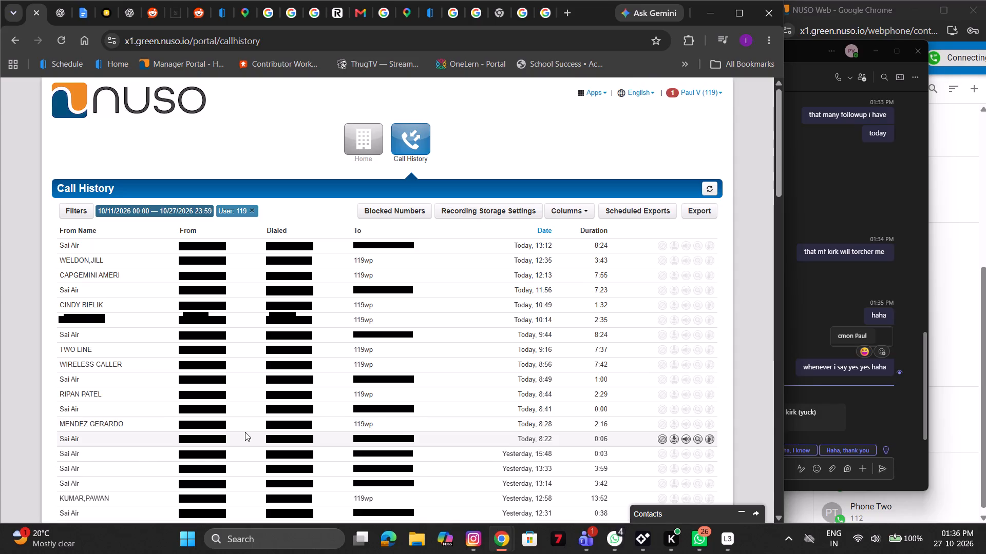
left_click_drag(245, 426, 163, 426)
key("ctrl+c")
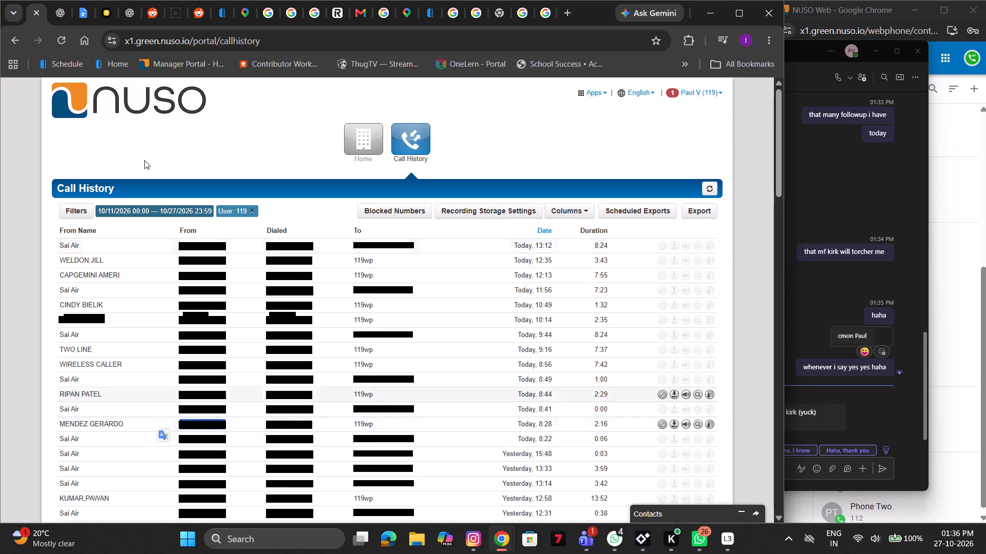
left_click(212, 16)
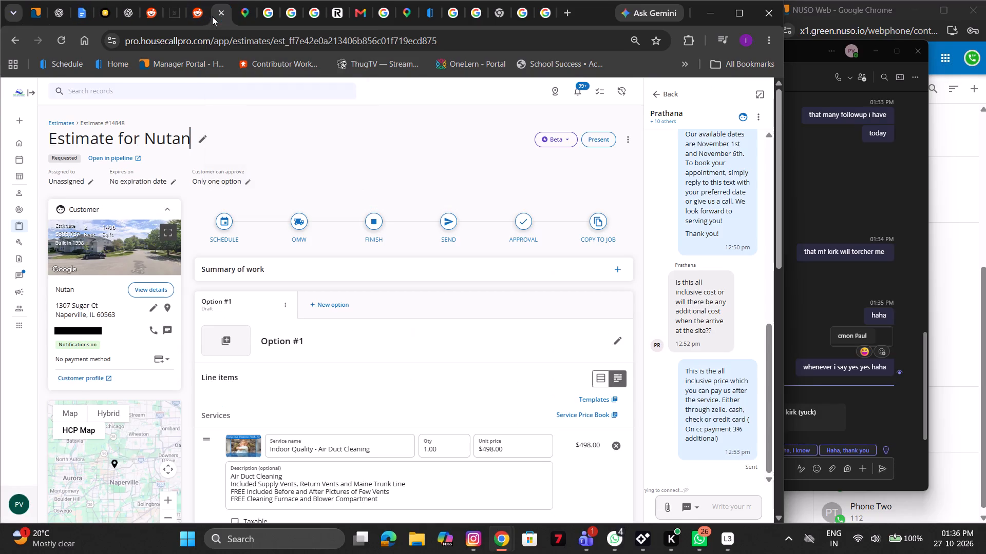
left_click(345, 86)
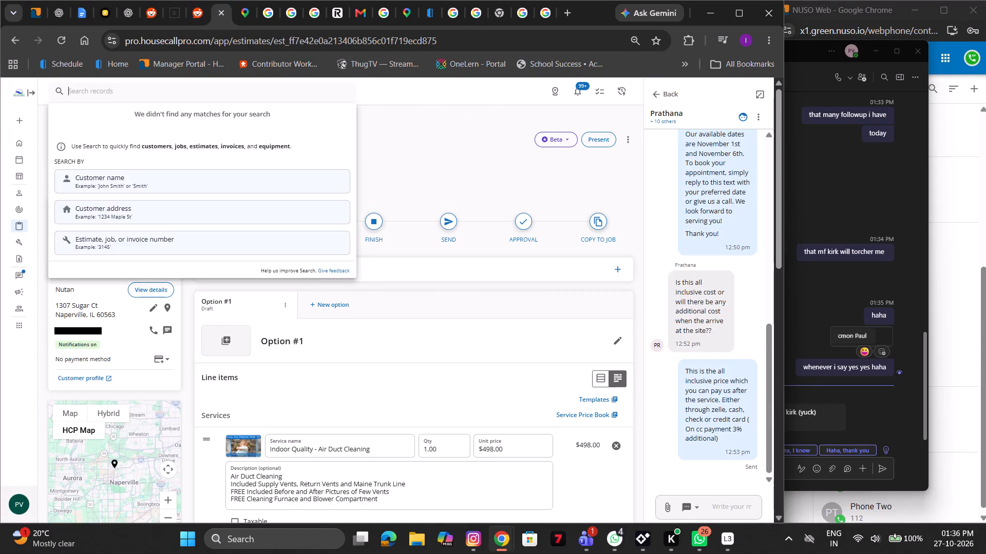
key("ctrl+v")
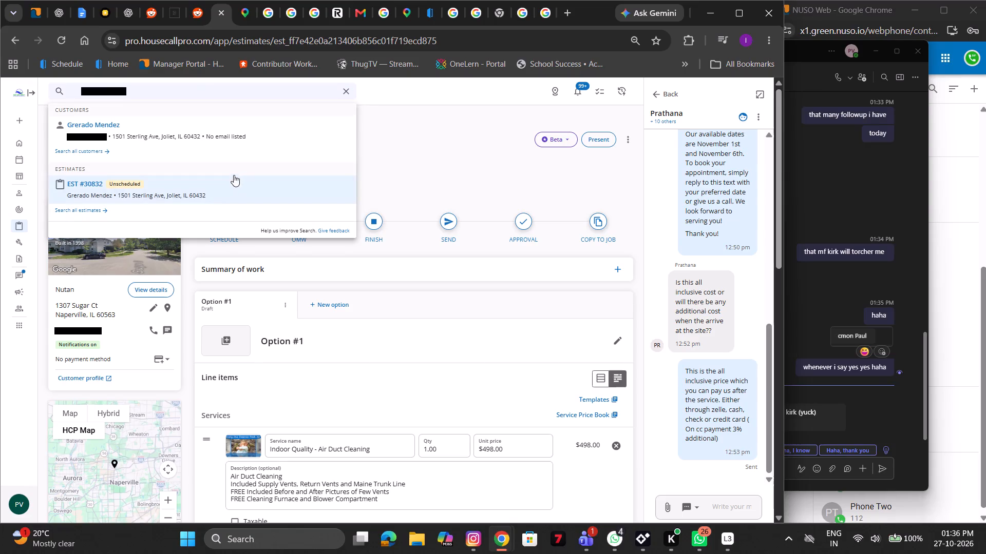
left_click(237, 196)
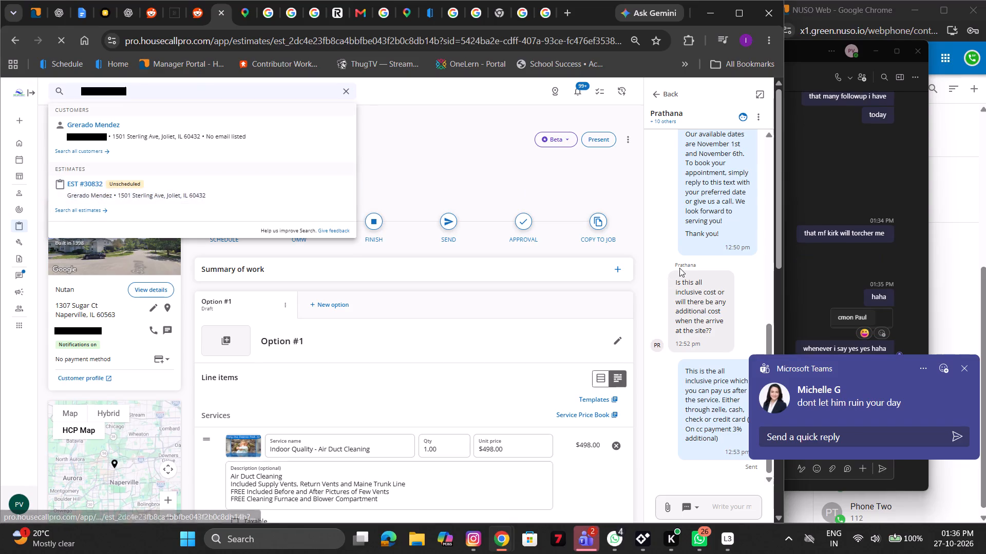
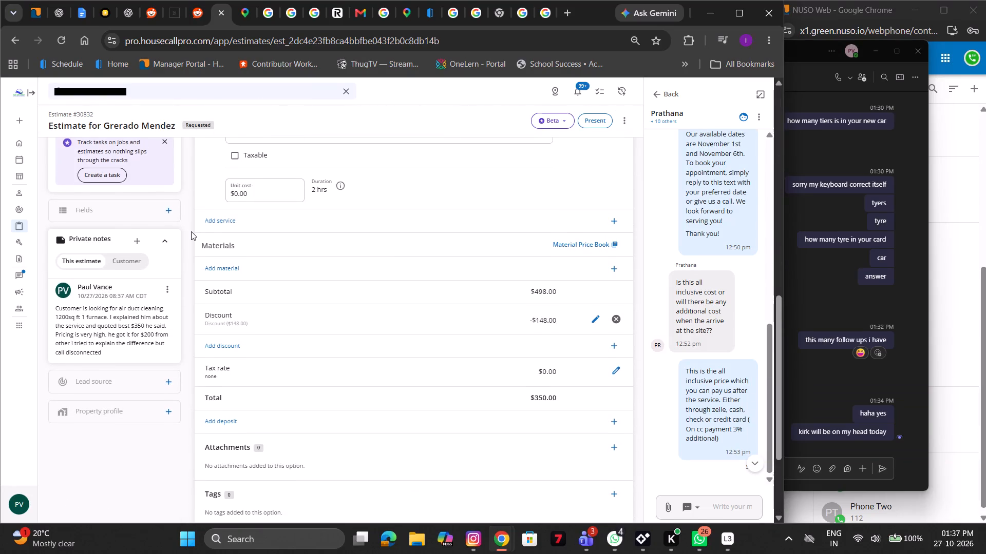
Copy the text of the 10/27/2026 08:37 AM private note on estimate #30832, leaving the note unedited.
scroll(191, 231, "up", 8)
left_click_drag(121, 342, 43, 286)
key("ctrl+c")
scroll(123, 365, "down", 4)
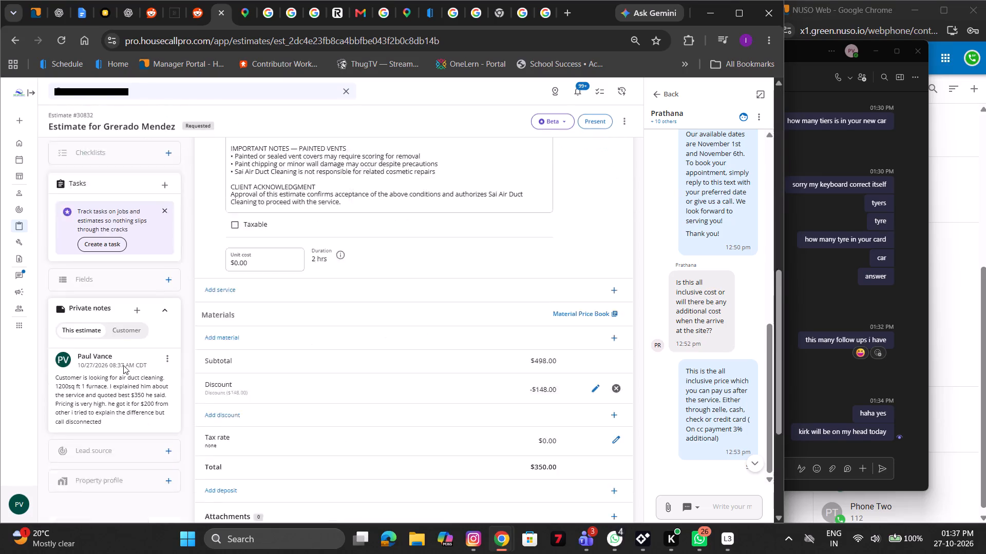
scroll(123, 365, "down", 2)
left_click(148, 336)
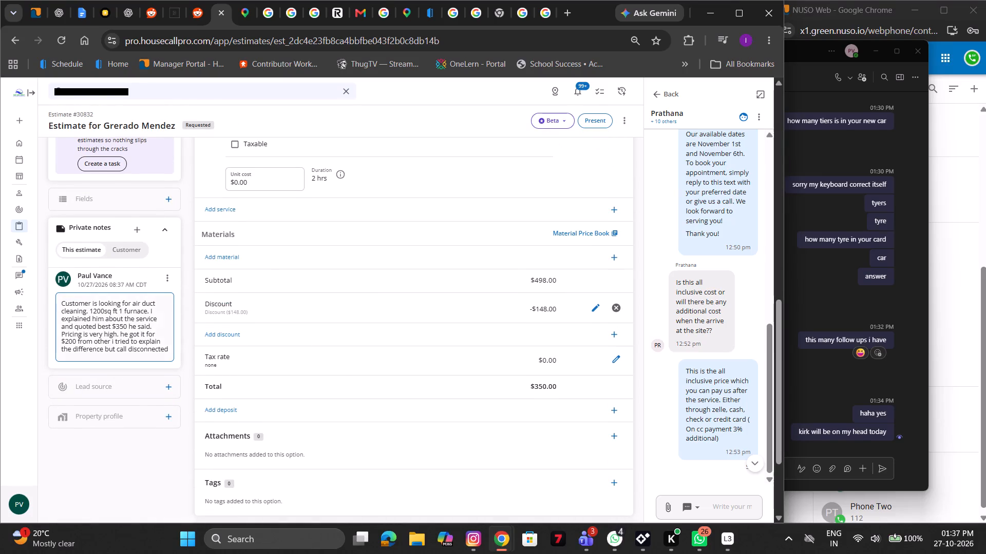
left_click_drag(168, 348, 43, 300)
key("ctrl+c")
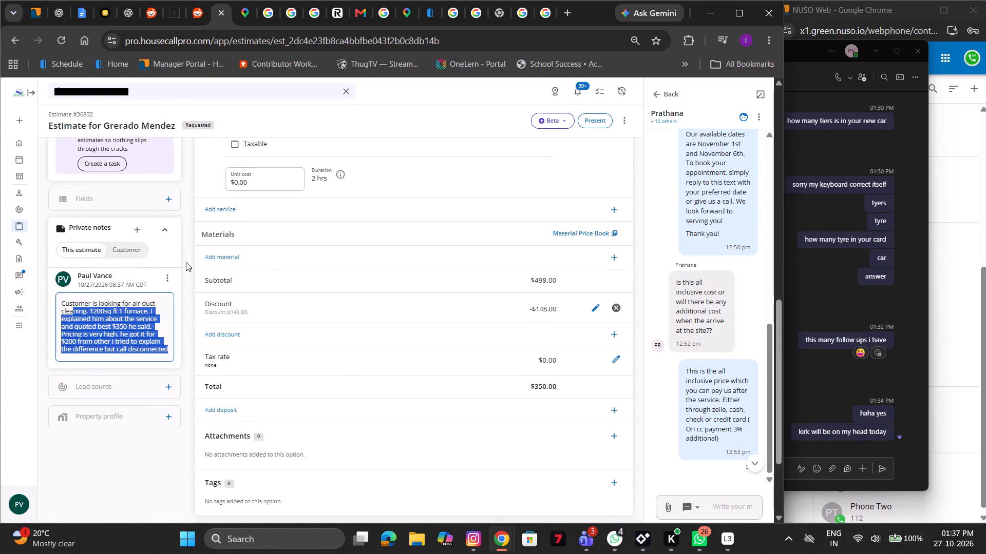
left_click(186, 262)
Leave the estimate and return to the NUSO call history for user 119.
scroll(186, 262, "up", 8)
scroll(184, 314, "right", 7)
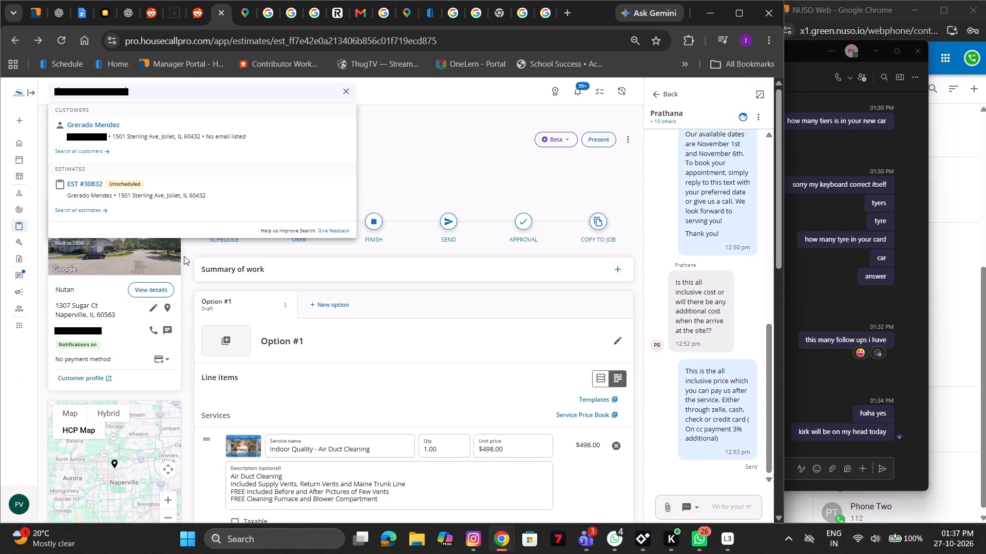
left_click(43, 20)
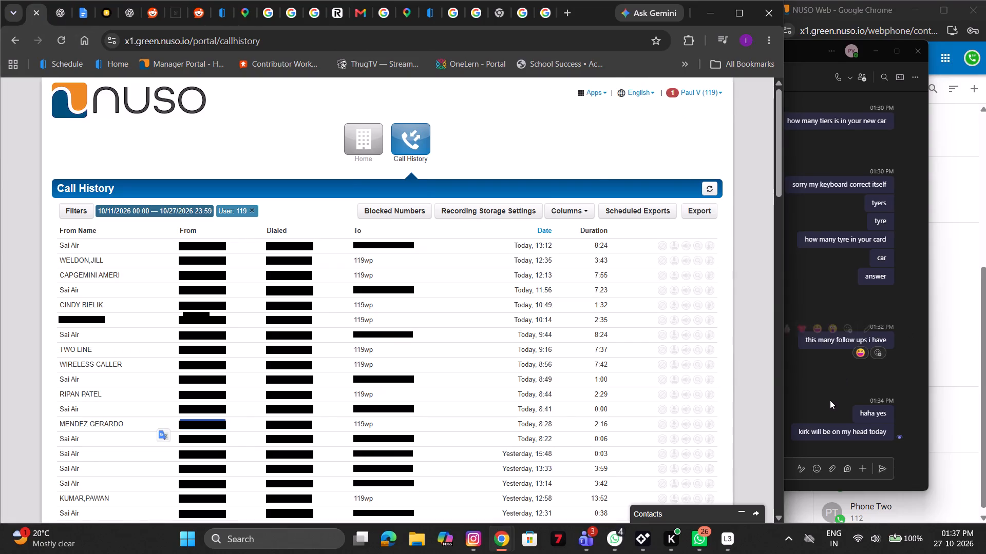
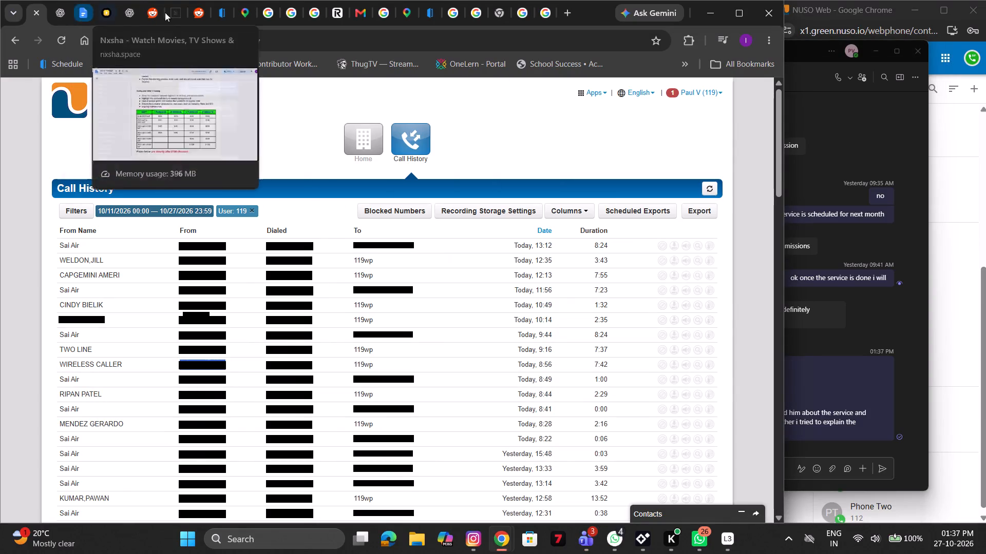
left_click(218, 24)
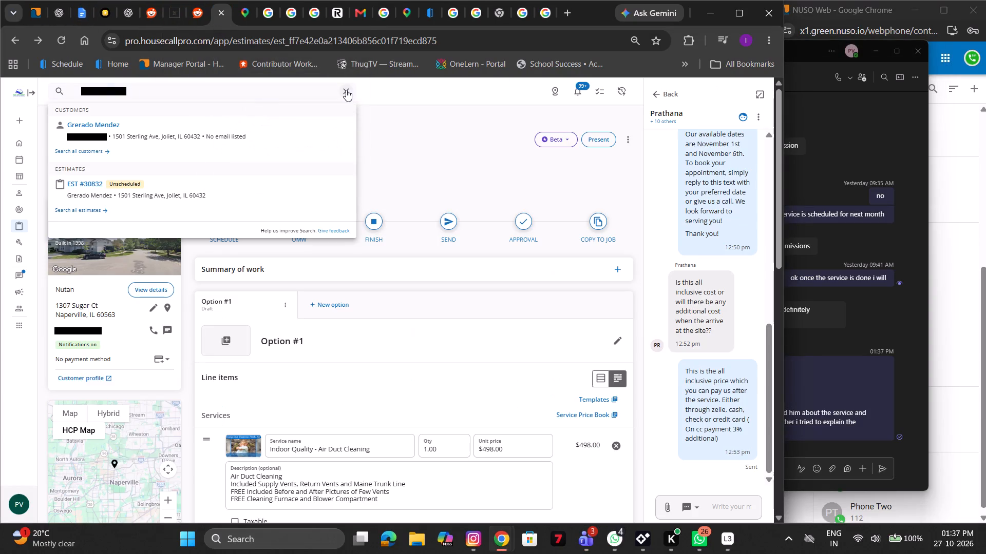
left_click(346, 90)
key("ctrl+v")
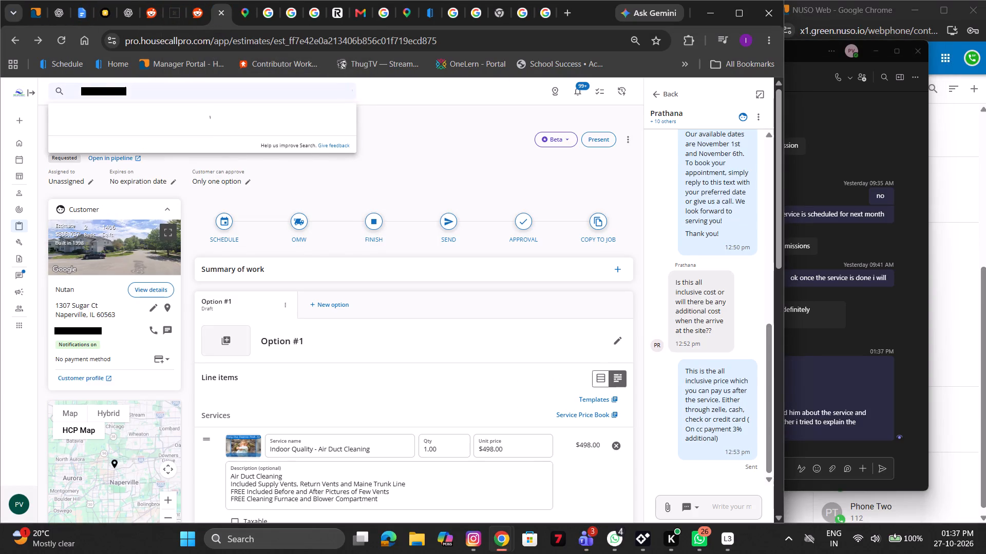
left_click(226, 187)
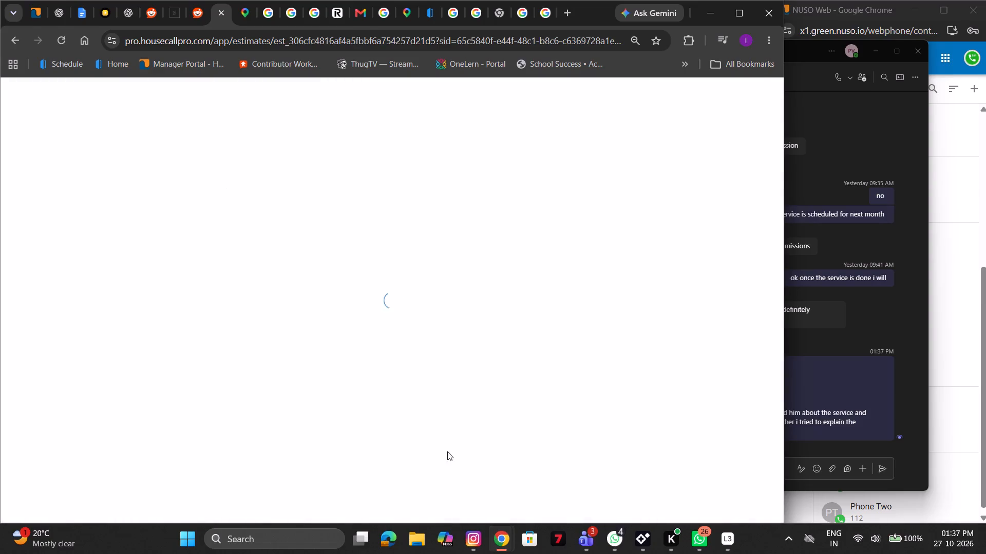
scroll(243, 164, "up", 5)
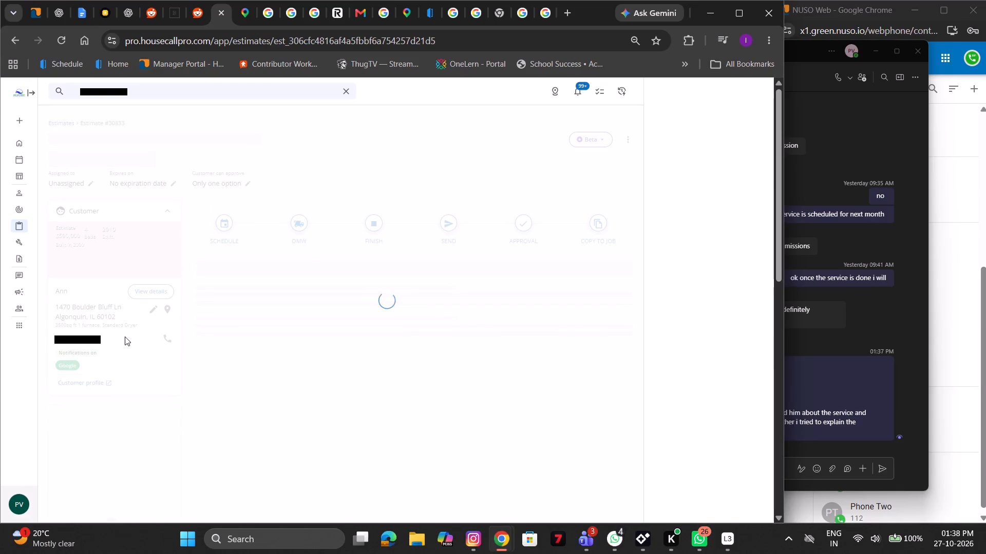
left_click_drag(125, 337, 51, 290)
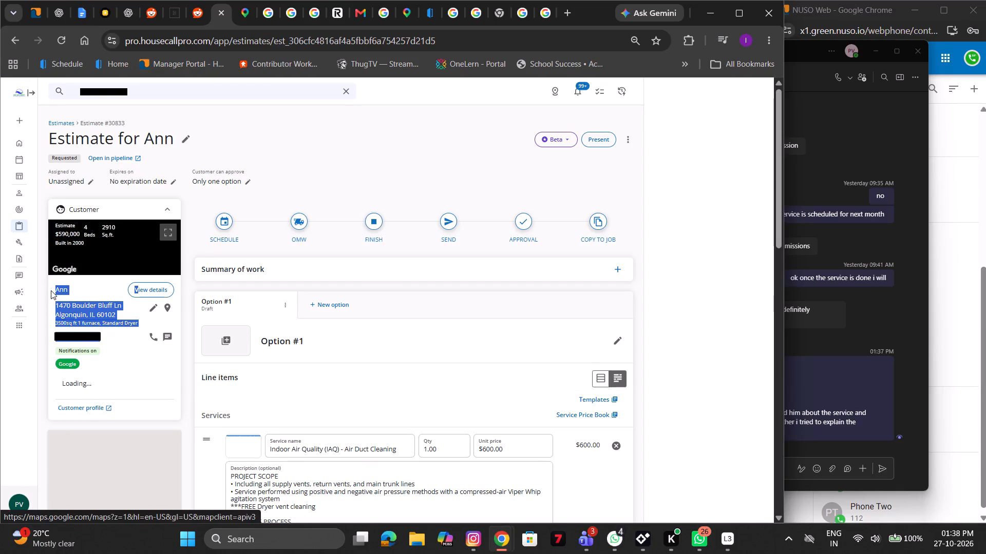
left_click_drag(51, 290, 51, 291)
key("ctrl+c")
scroll(51, 291, "down", 6)
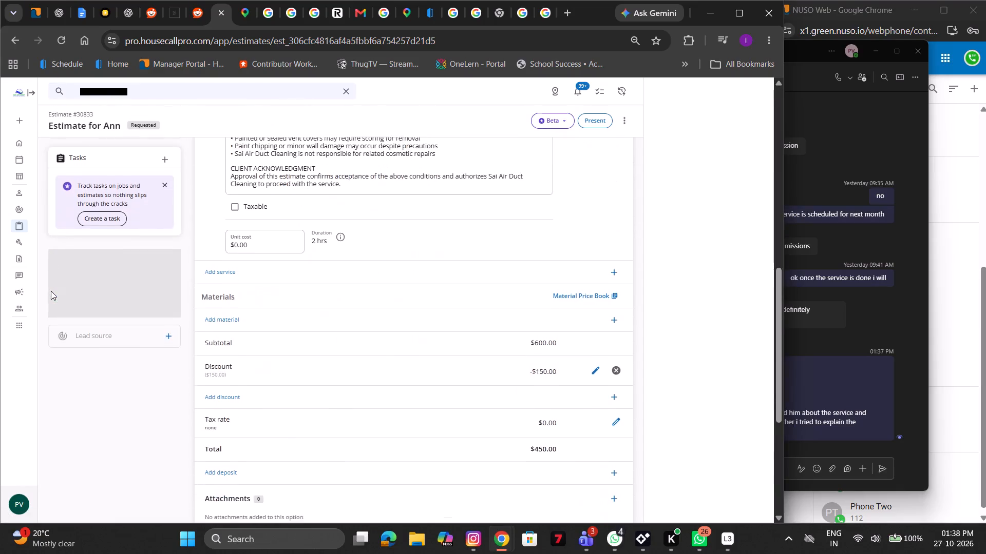
scroll(51, 291, "down", 1)
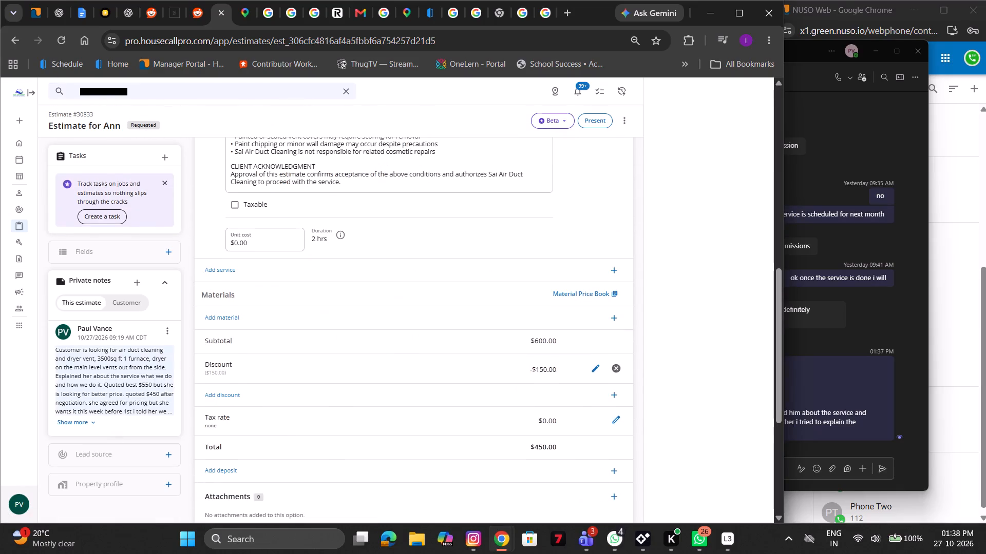
left_click(139, 408)
left_click_drag(113, 473, 53, 366)
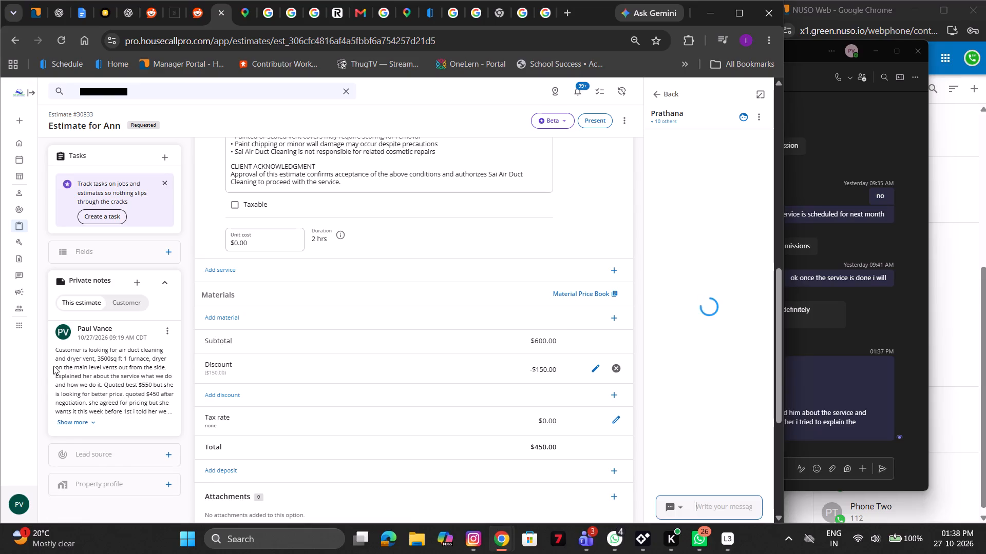
left_click_drag(53, 366, 84, 370)
left_click(84, 370)
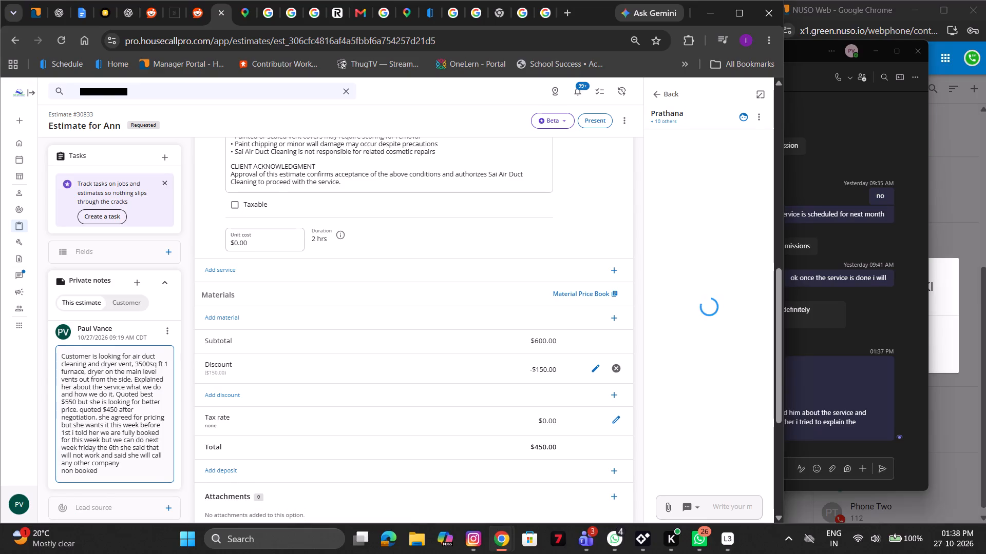
left_click_drag(107, 474, 55, 354)
key("ctrl+c")
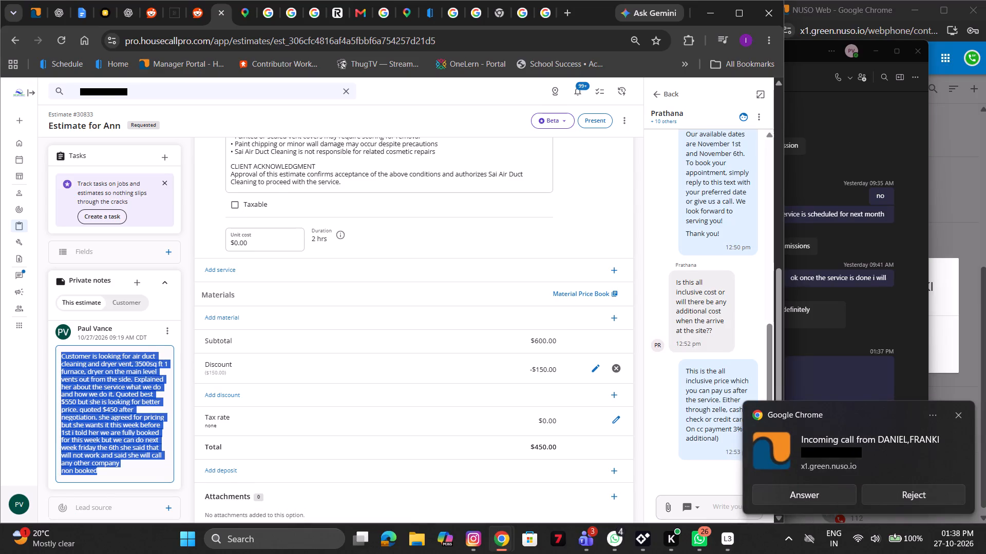
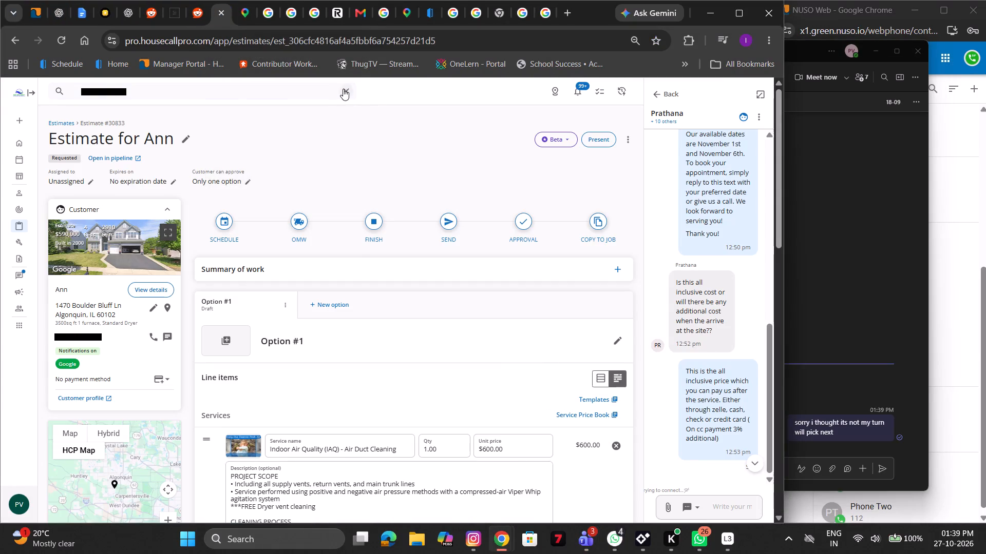
Search Housecall Pro for the copied caller number, and close the search results.
key("ctrl+v")
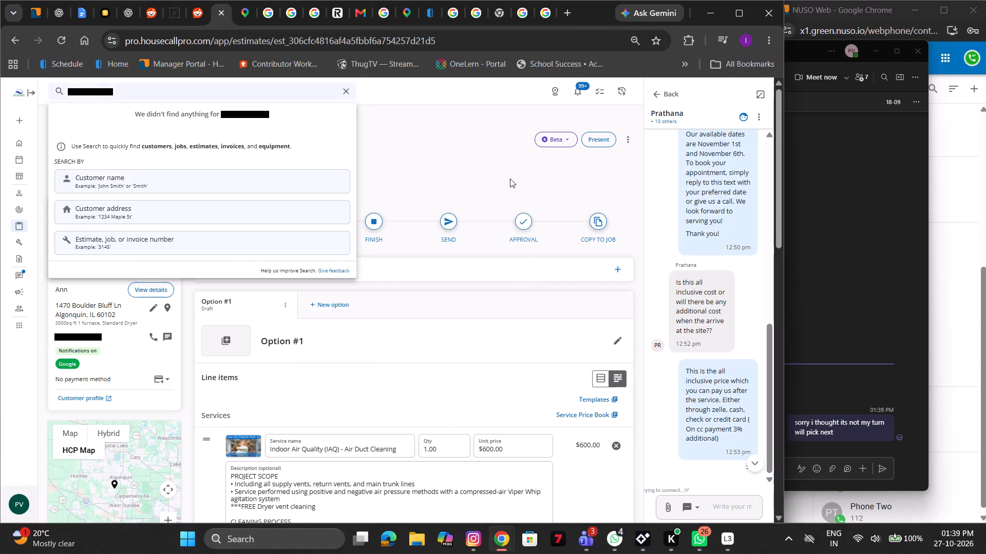
left_click(510, 179)
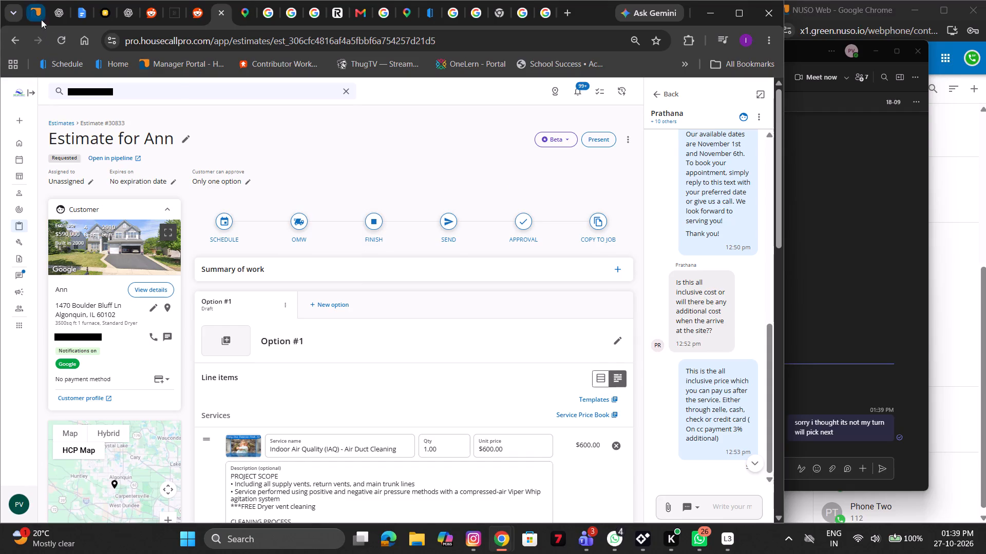
Switch to the NUSO manager portal's home page to check the current active calls.
left_click(41, 19)
left_click(271, 224)
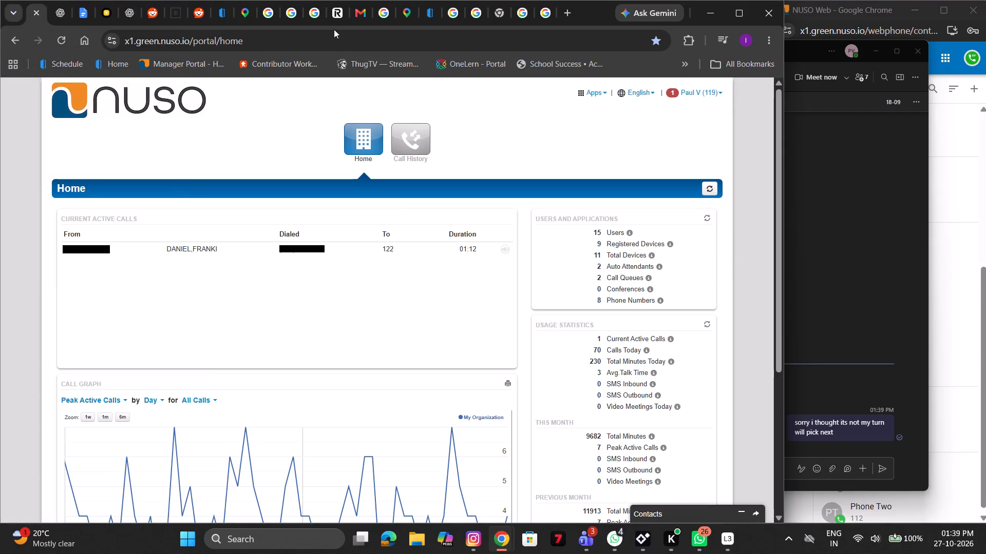
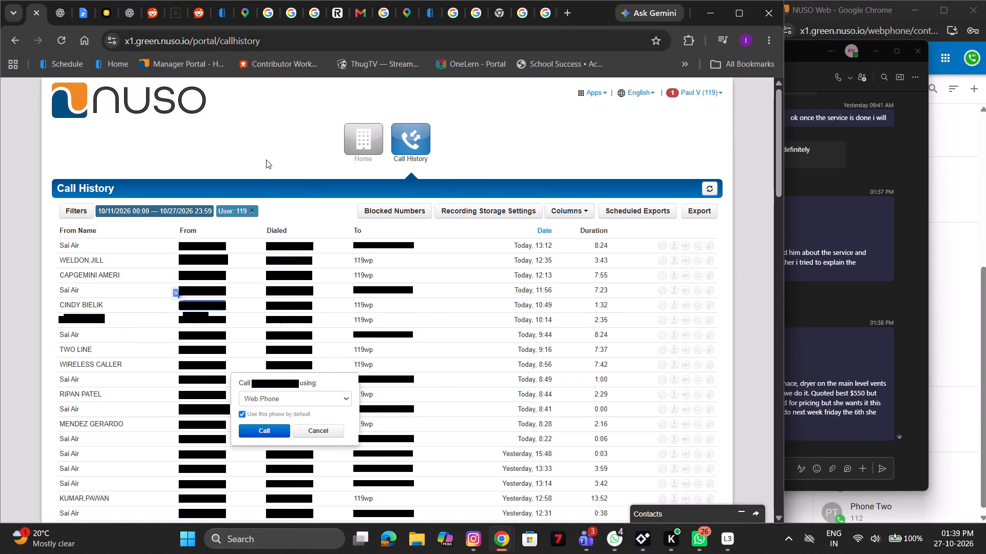
Cancel the pending web phone call prompt and copy the caller's number from today's 10:49 call in the call history.
left_click(262, 180)
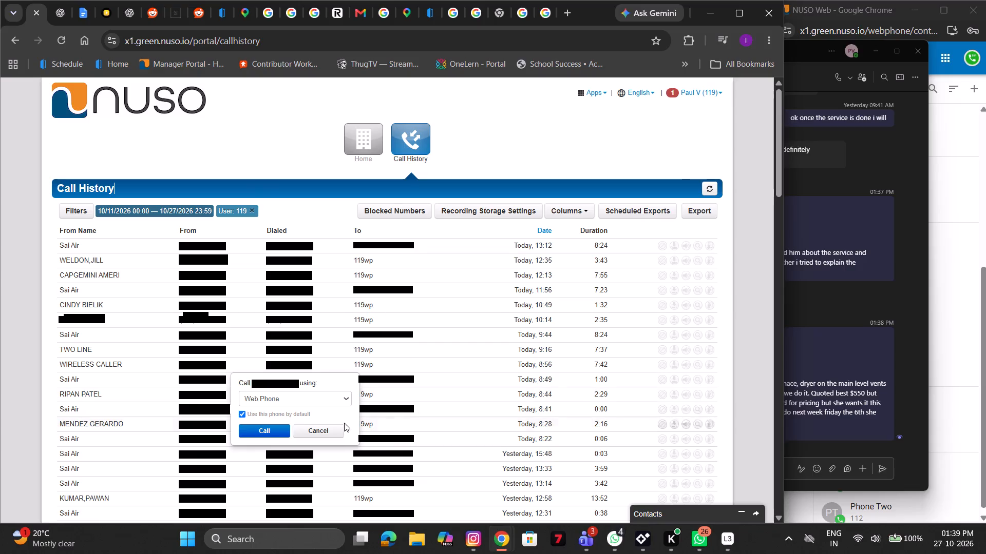
left_click(338, 433)
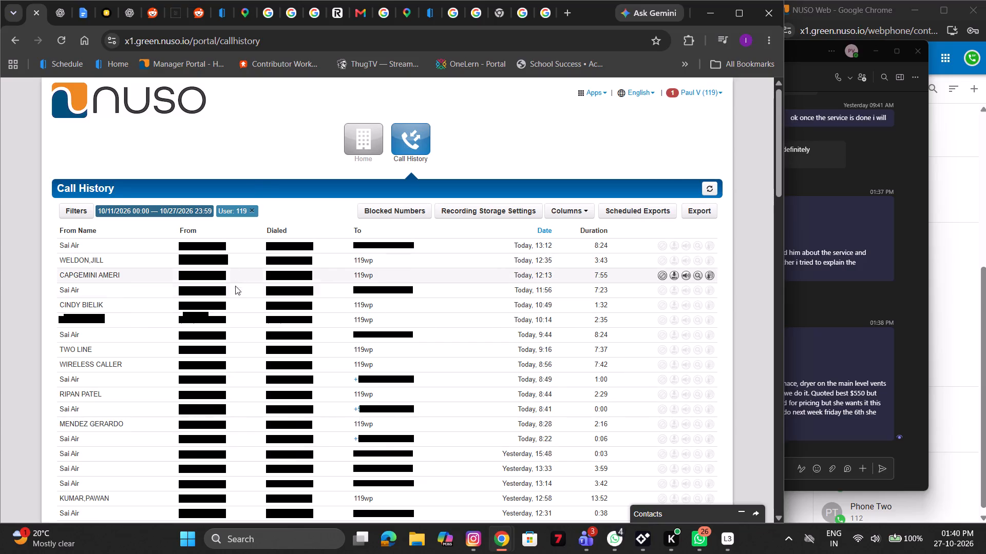
left_click_drag(236, 301, 191, 300)
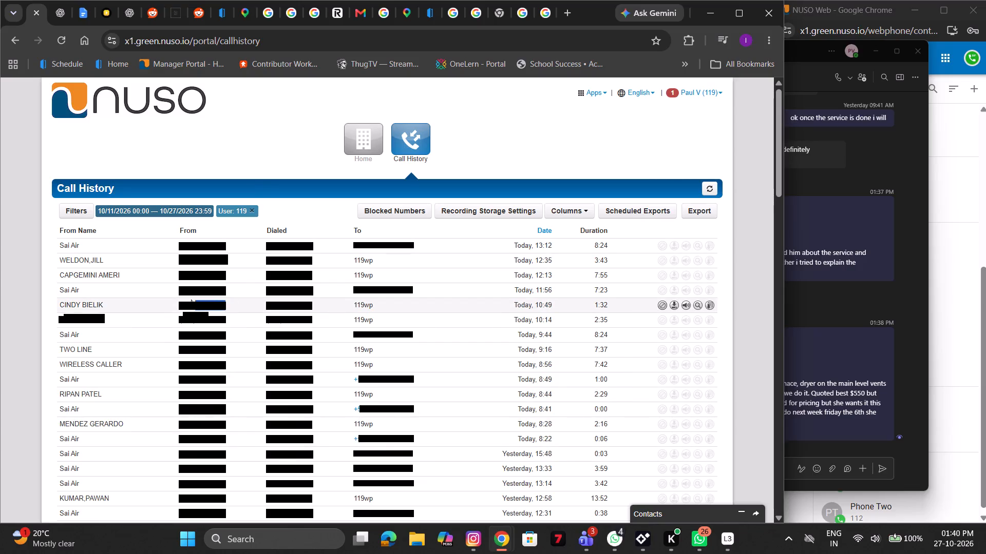
left_click_drag(191, 300, 176, 302)
key("ctrl+c")
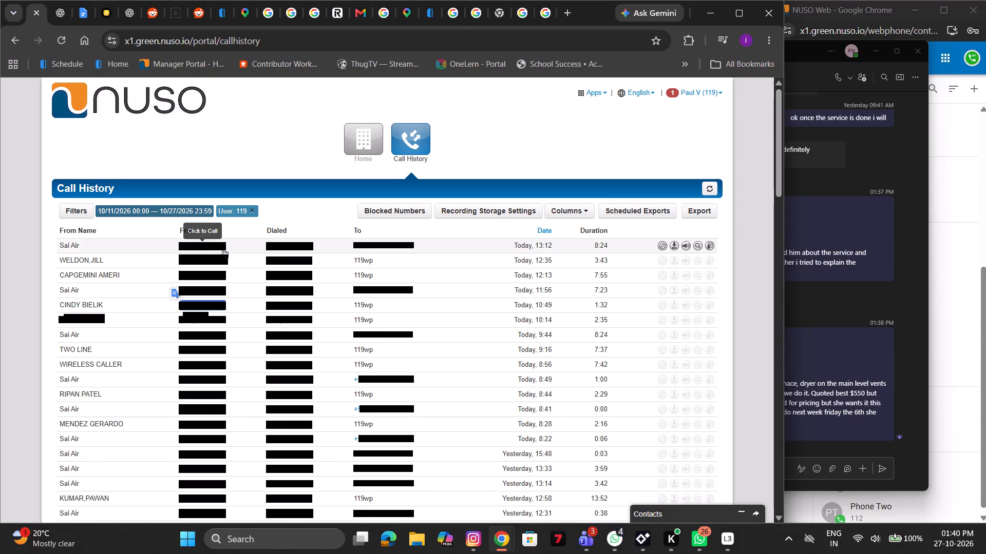
left_click(223, 17)
left_click(347, 92)
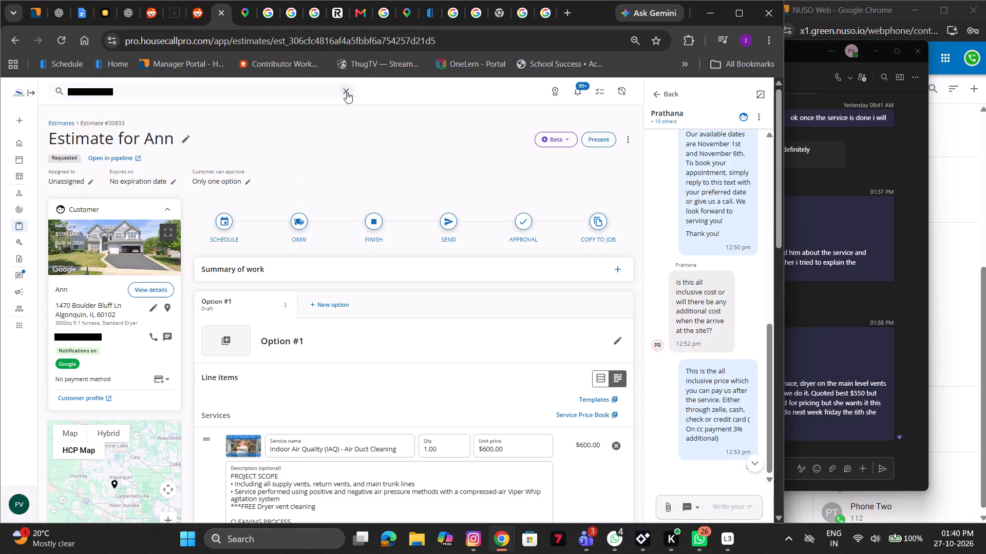
key("ctrl+v")
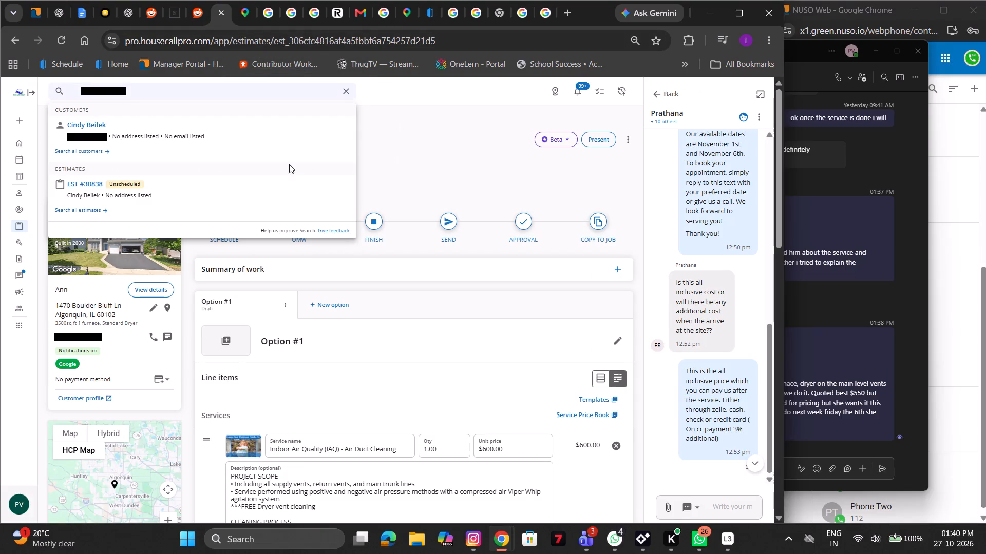
left_click(290, 182)
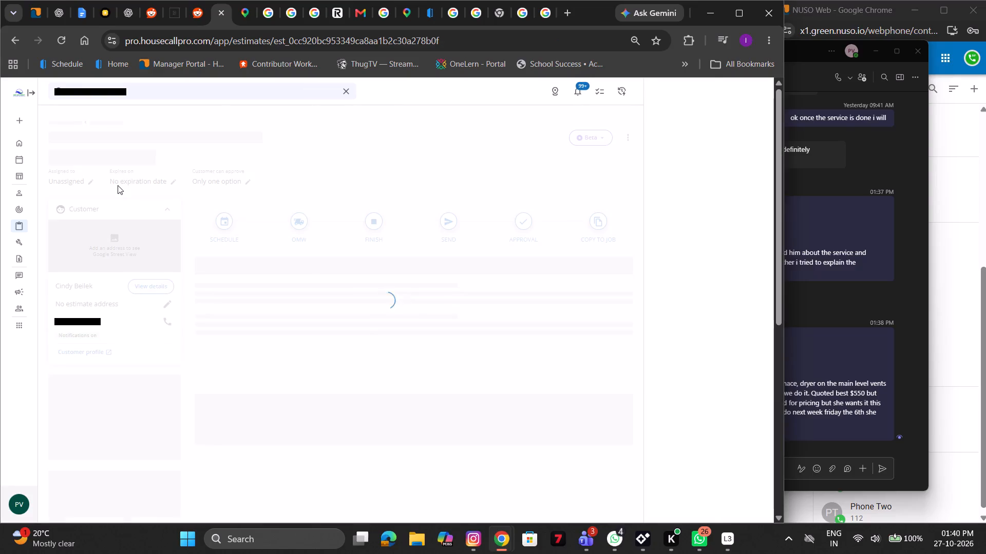
Copy the customer's name from the customer card of estimate #30838.
left_click_drag(116, 290, 50, 280)
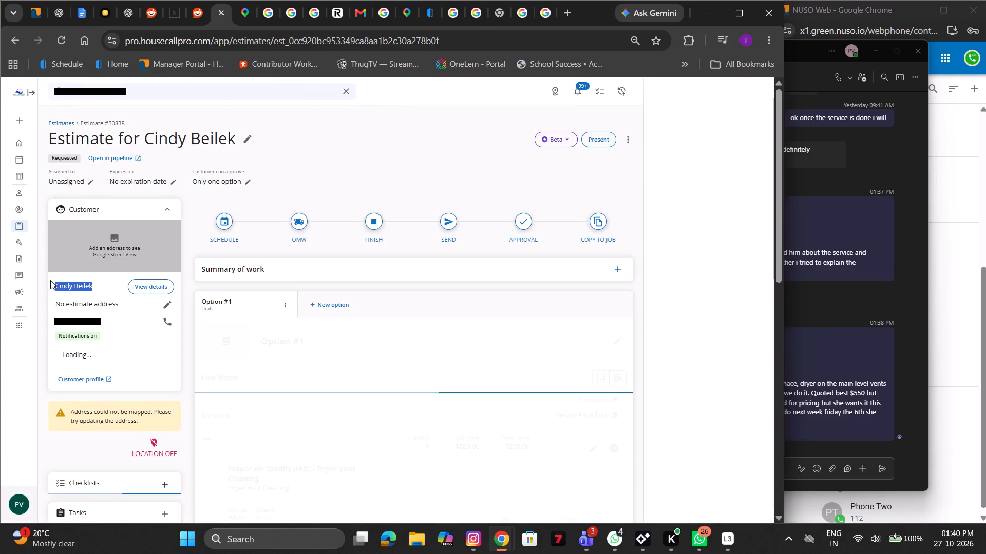
left_click_drag(50, 280, 49, 282)
key("ctrl+c")
scroll(49, 282, "down", 1)
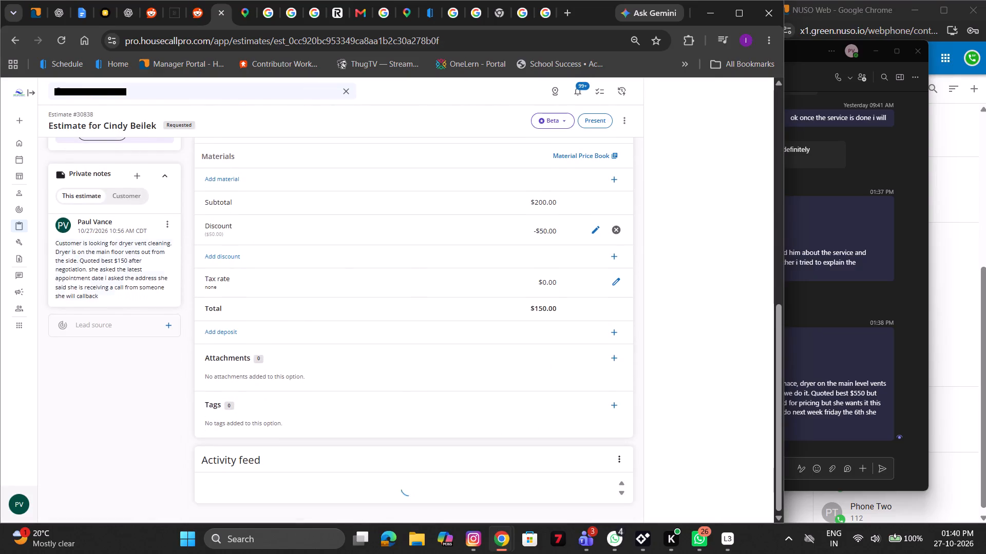
left_click(88, 286)
left_click_drag(137, 305, 54, 255)
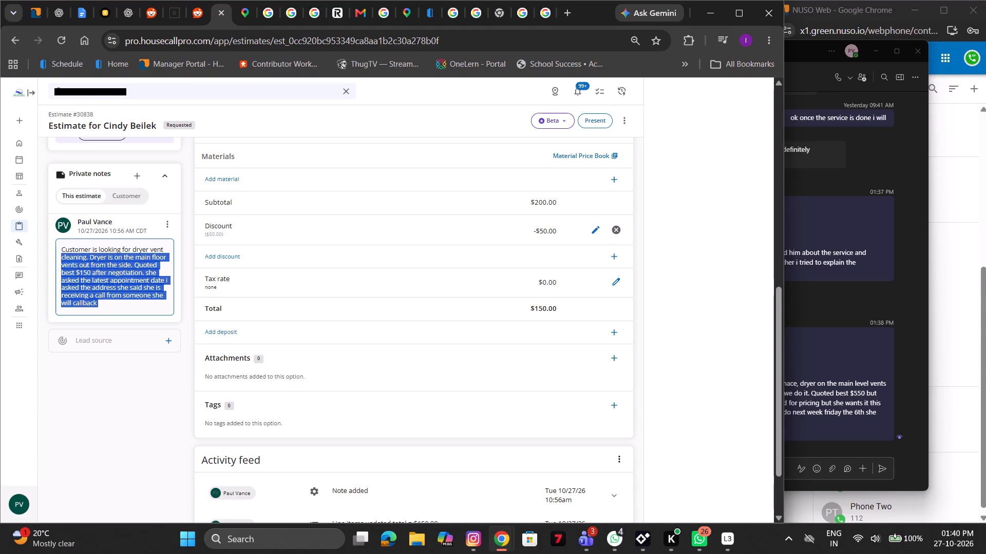
left_click_drag(54, 255, 55, 245)
key("ctrl+c")
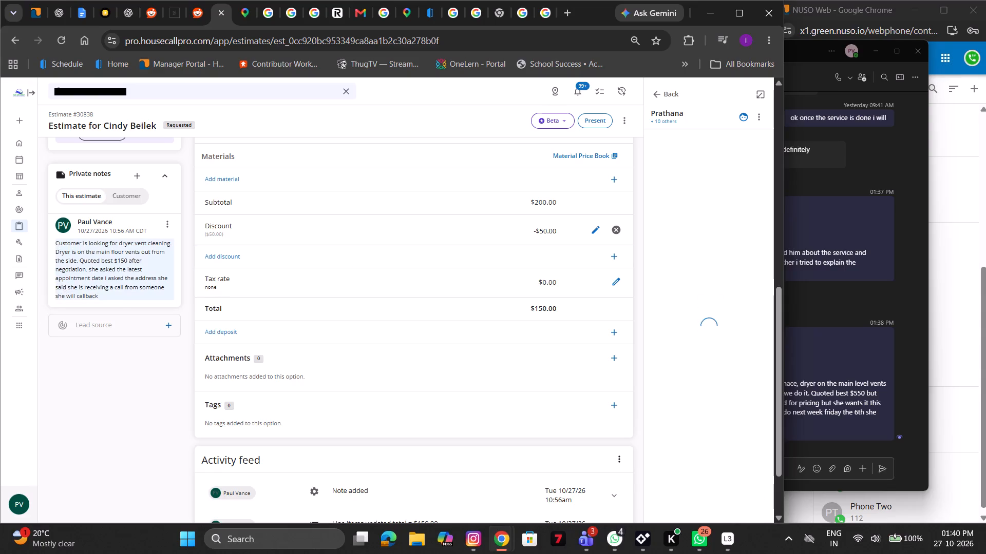
left_click(93, 292)
left_click_drag(112, 302, 47, 248)
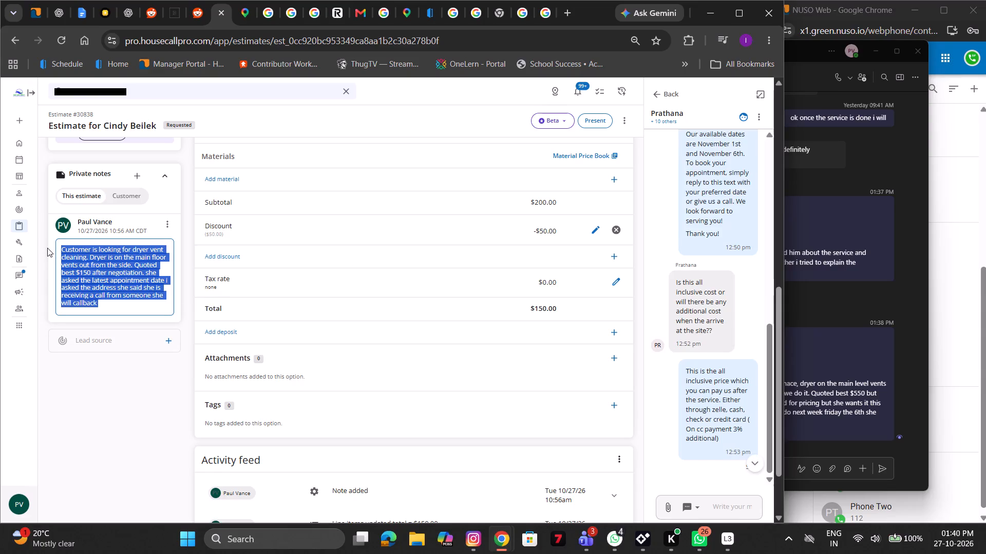
left_click_drag(47, 248, 47, 246)
key("ctrl+c")
left_click(77, 388)
scroll(277, 335, "up", 5)
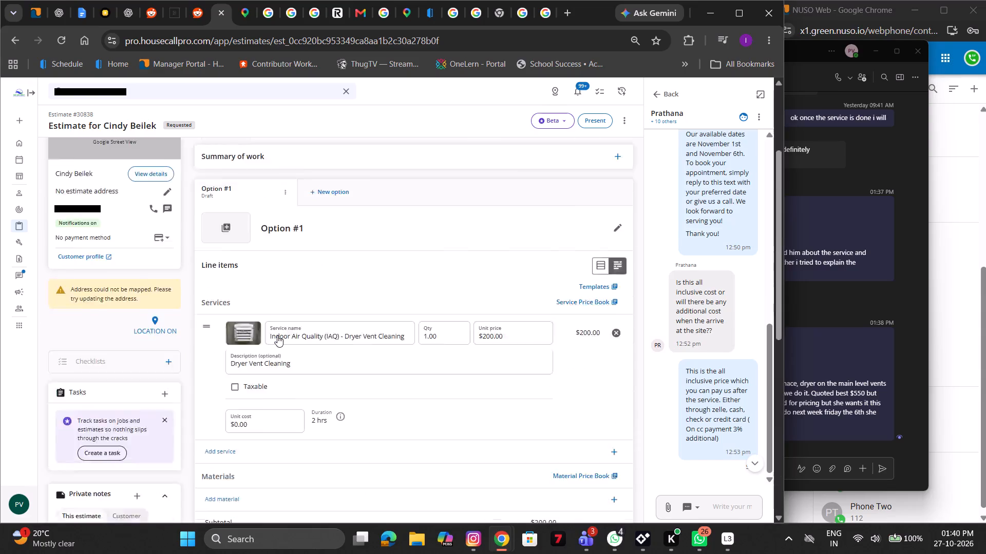
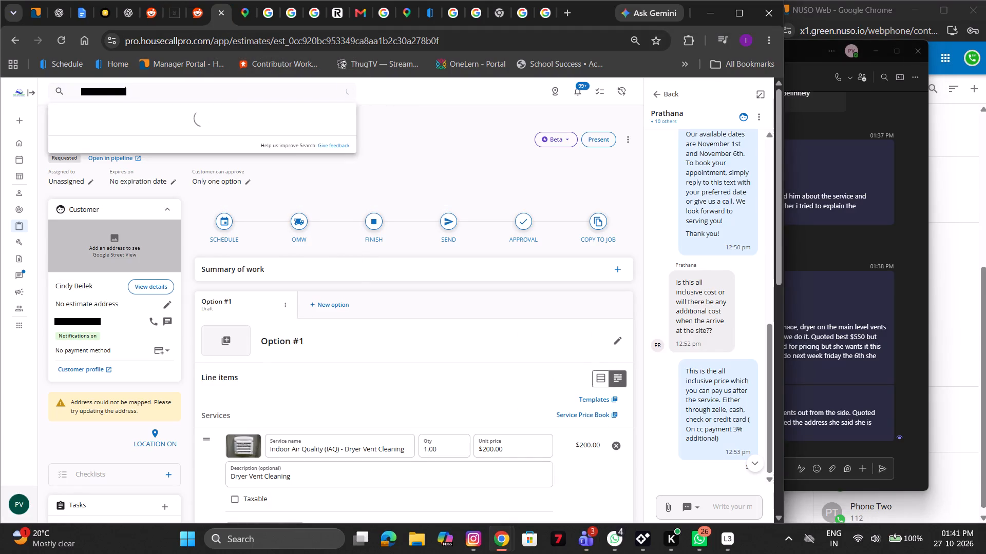
left_click(106, 199)
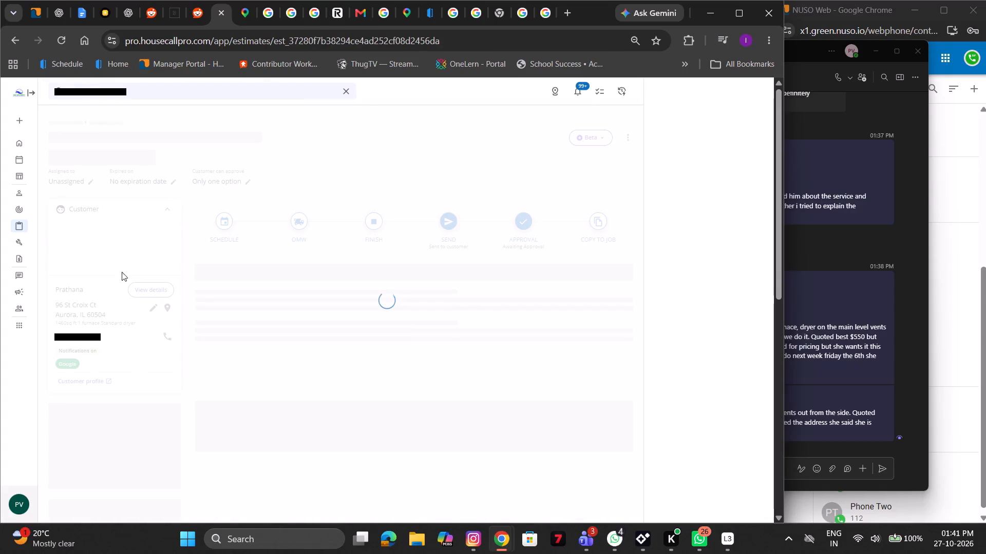
left_click(119, 341)
left_click_drag(119, 341, 106, 336)
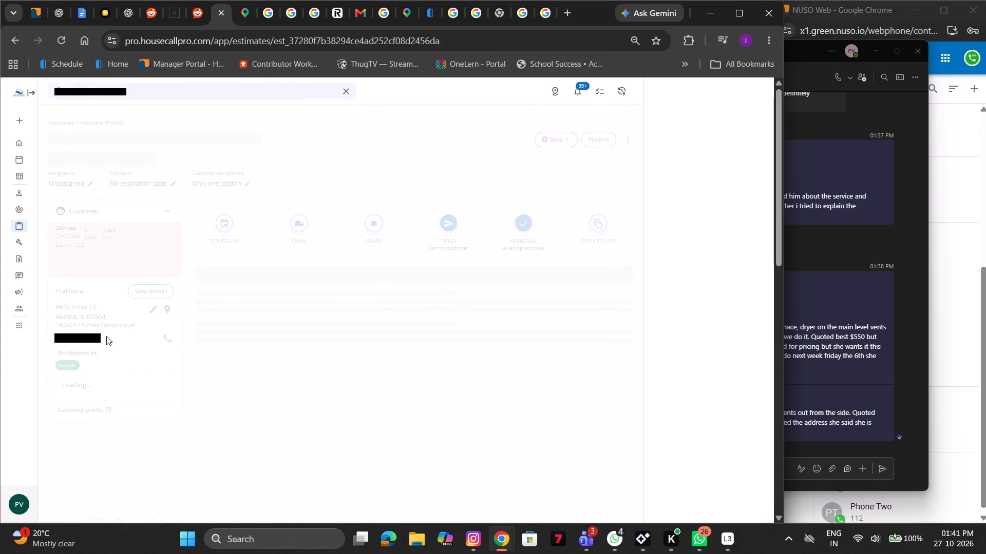
left_click_drag(106, 336, 54, 286)
left_click(54, 286)
left_click_drag(54, 286, 129, 333)
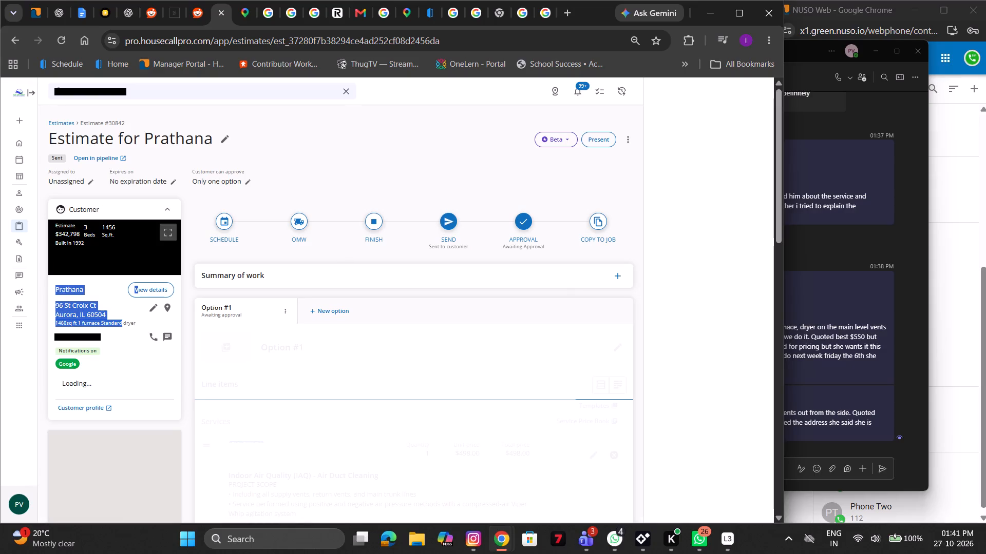
left_click_drag(129, 333, 130, 339)
key("ctrl+c")
scroll(130, 339, "down", 7)
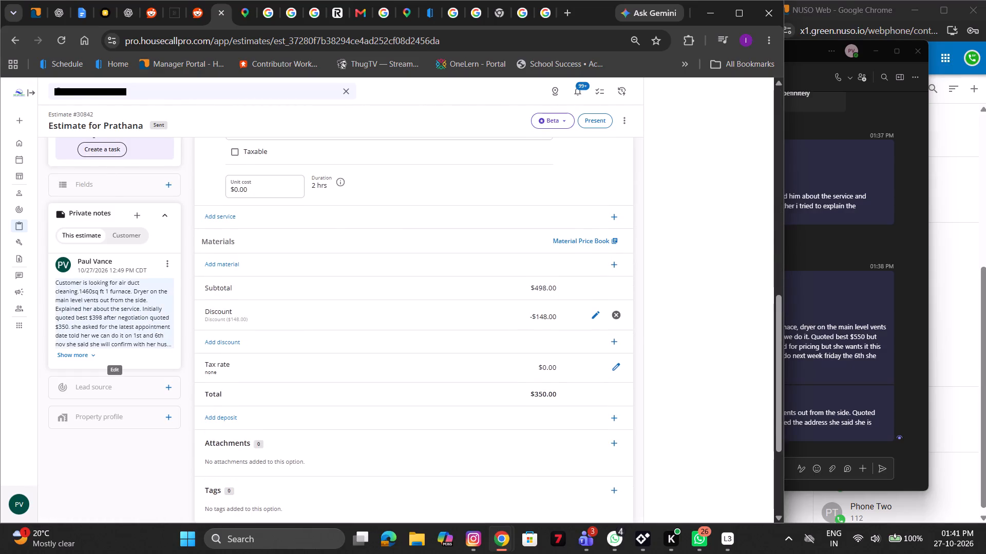
left_click(137, 327)
left_click_drag(131, 364, 104, 327)
left_click(104, 327)
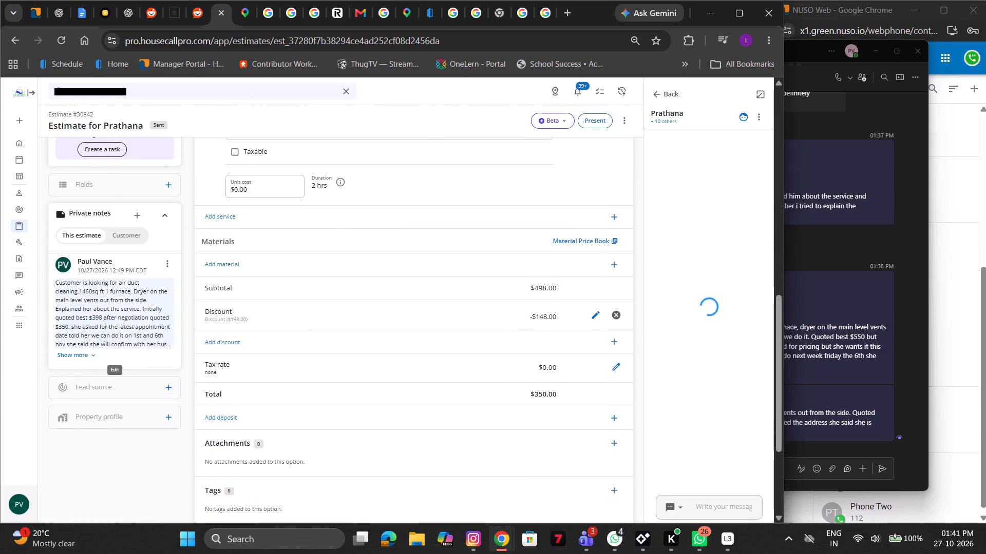
left_click_drag(107, 363, 66, 275)
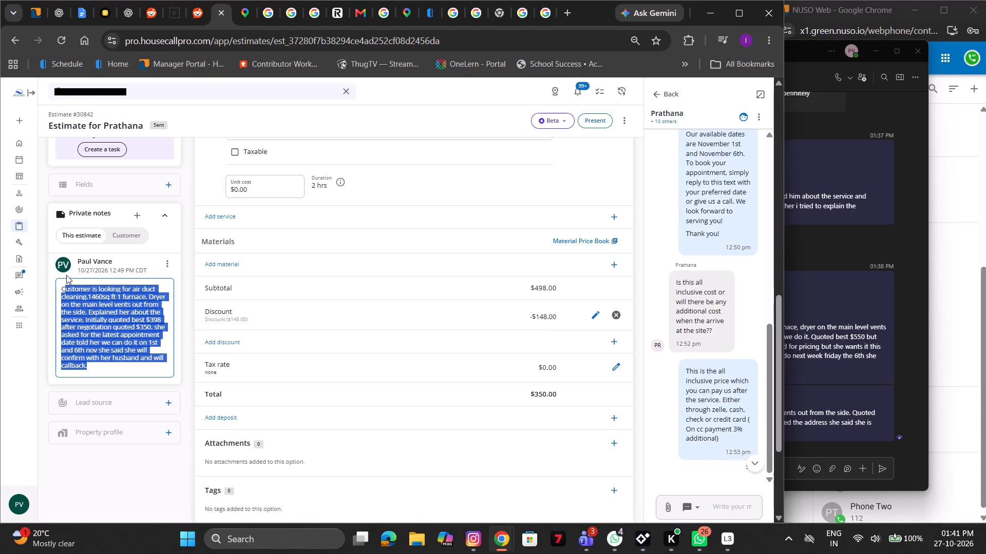